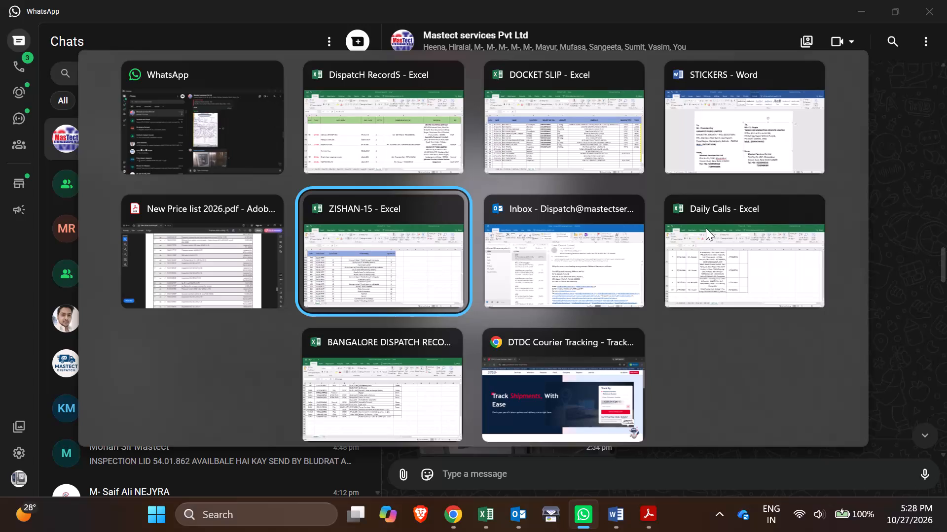
Switch to the Daily Calls workbook in Excel and enter Done in the status cell F134 for call 10.
key("alt+Right")
key("alt+Right")
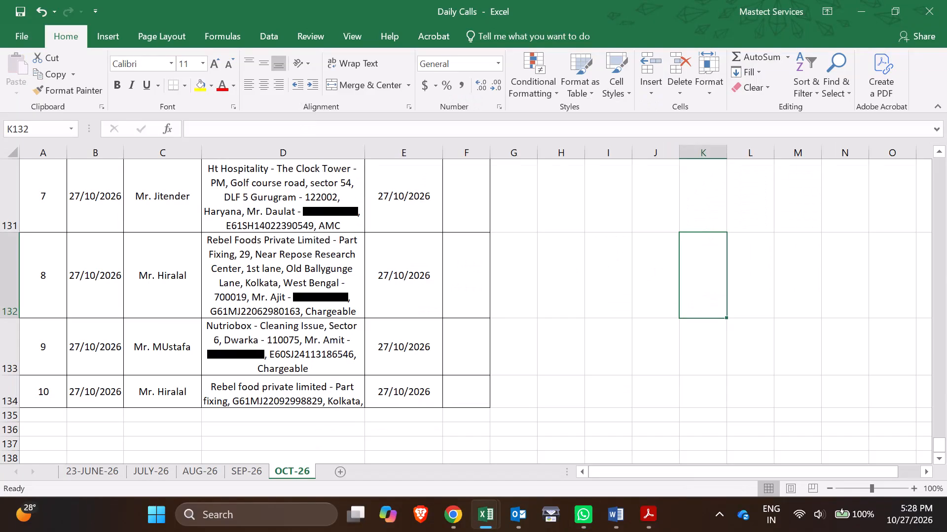
left_click(475, 396)
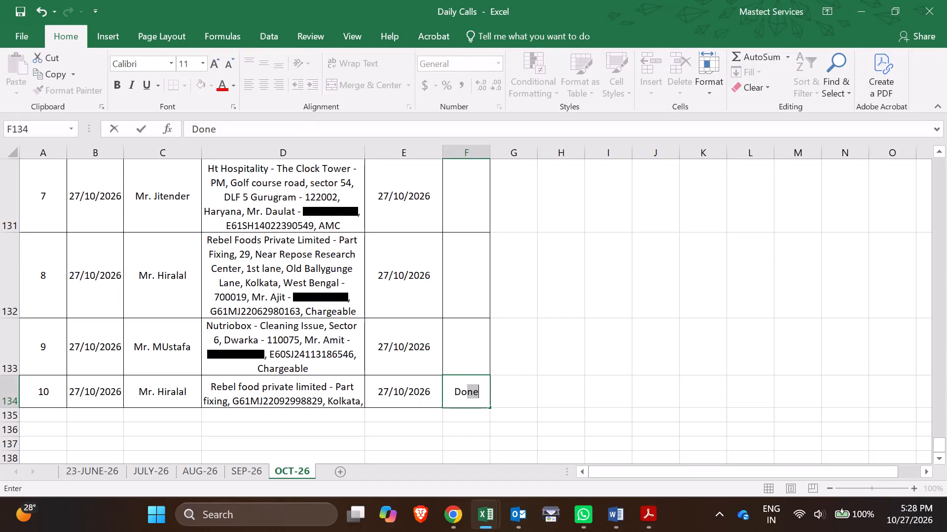
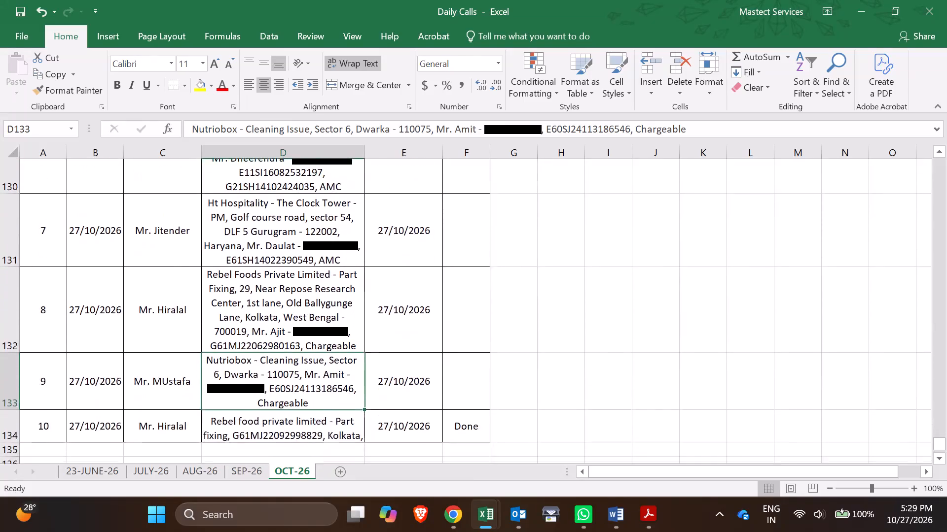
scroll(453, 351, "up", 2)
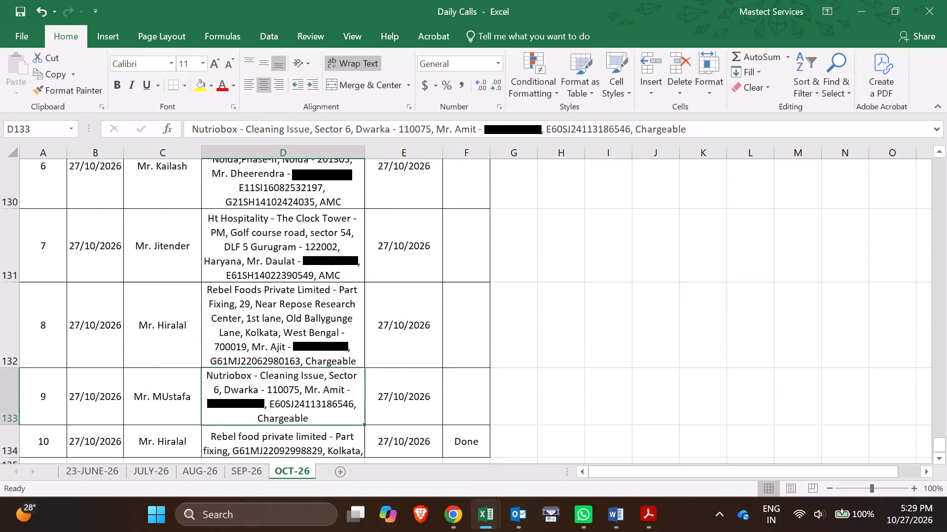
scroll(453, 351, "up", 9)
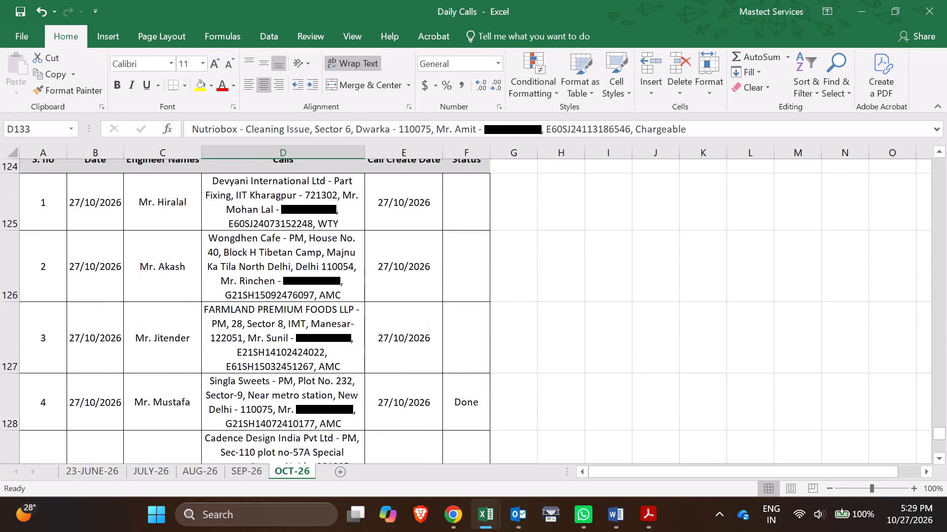
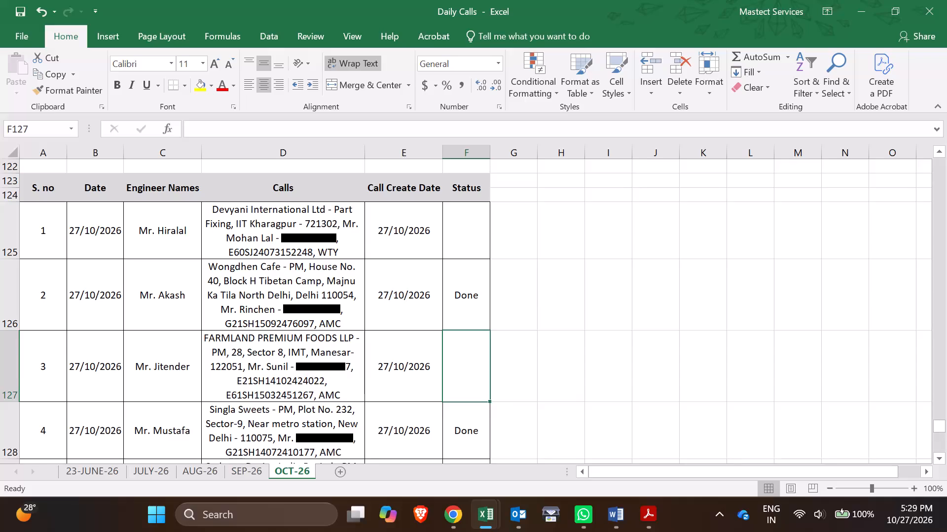
Duplicate the call 10 entry in row 134, columns A to F, into the empty row 135 with Fill Down.
scroll(266, 376, "down", 2)
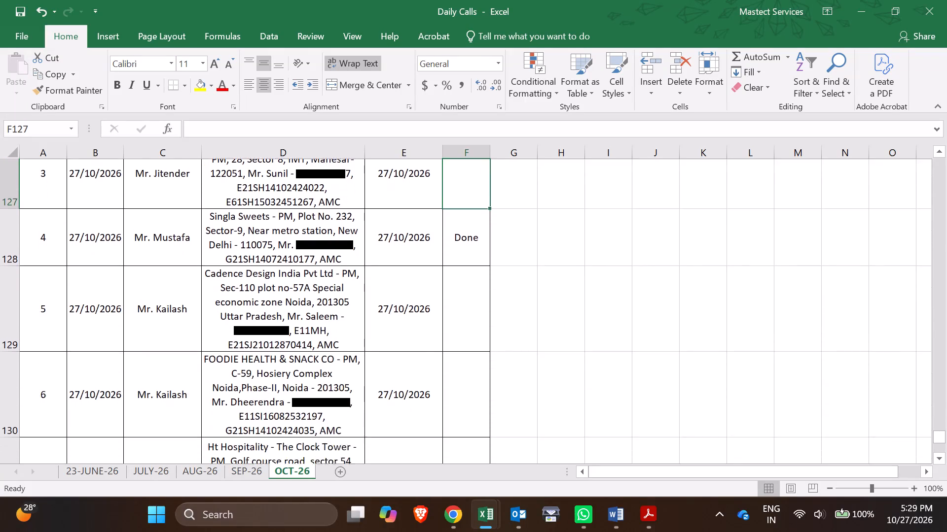
scroll(266, 376, "down", 6)
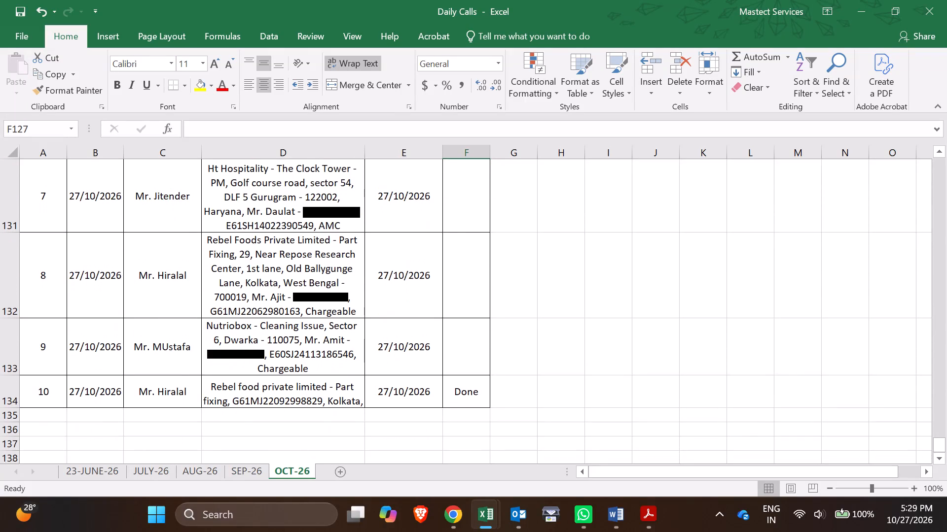
left_click(50, 392)
key("shift+Down")
key("shift+Right")
key("shift+Right")
key("shift+Right")
key("shift+Right")
key("shift+Right")
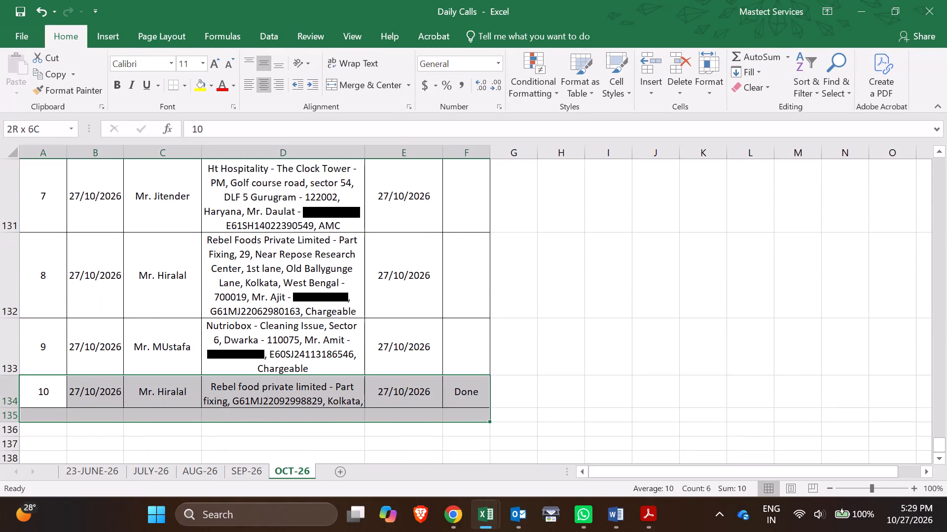
key("ctrl+d")
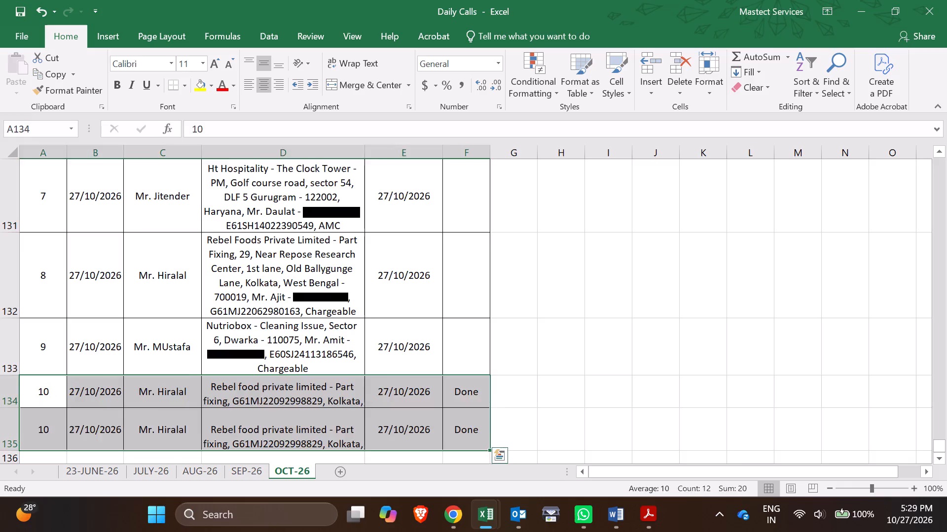
Clear the copied status in cell F135 of the new call row.
left_click(458, 428)
key("BackSpace")
key("Return")
Set the serial number of the new call row in cell A135 to 11.
key("Up")
key("Left")
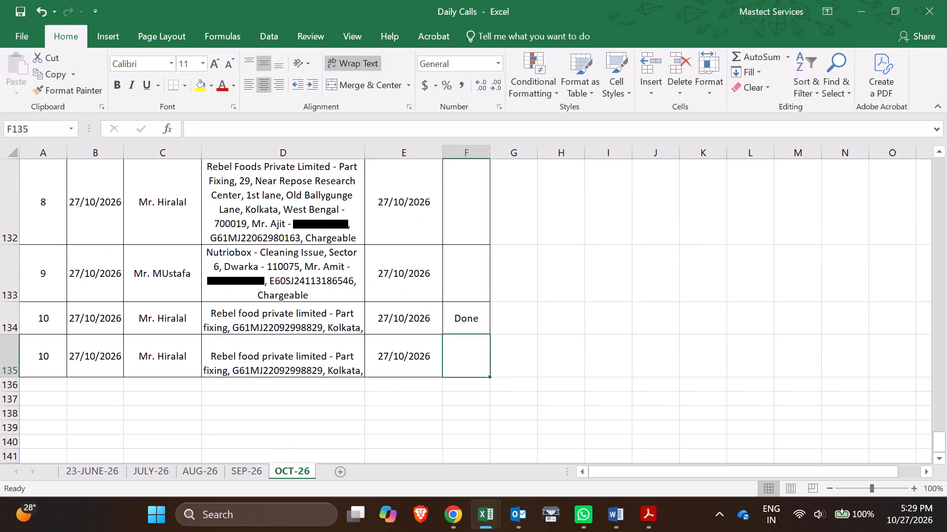
key("Left")
key("Left")
key("Left")
key("Left")
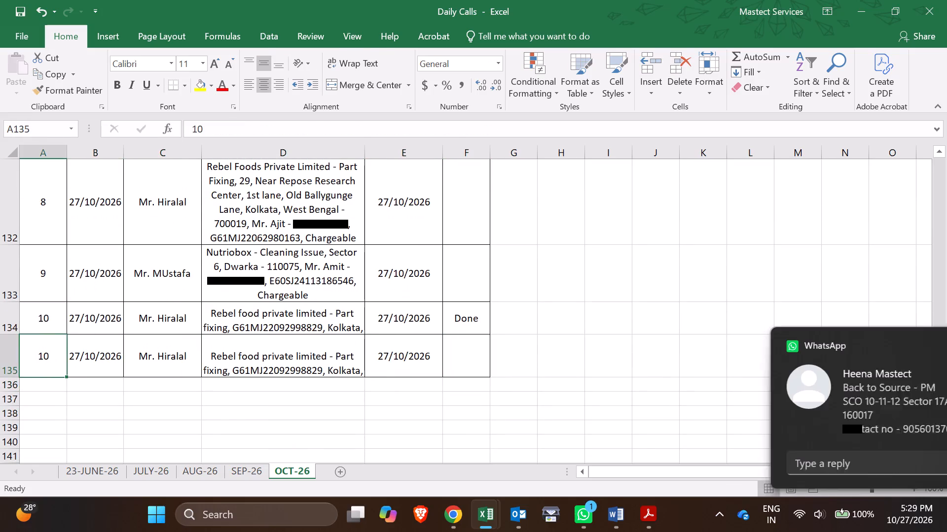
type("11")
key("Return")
Go to the engineer name cell C135 of call 11.
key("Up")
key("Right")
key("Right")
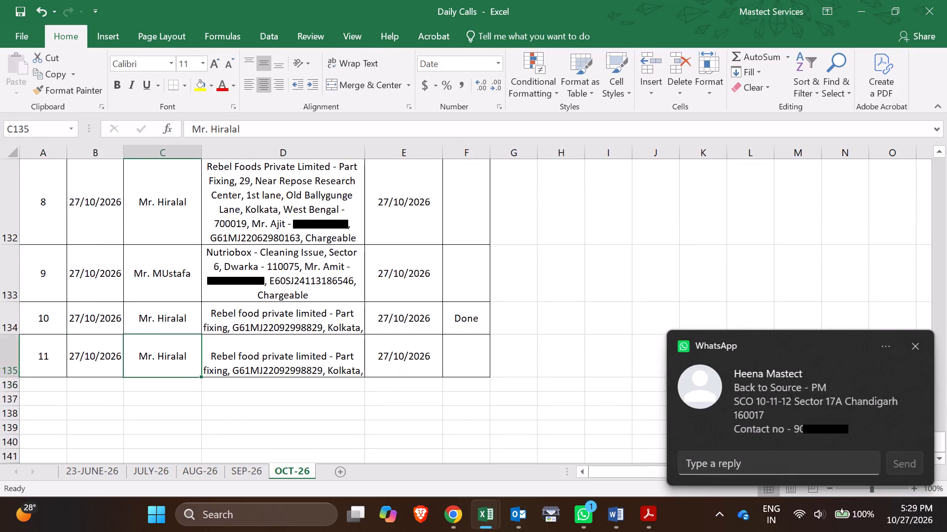
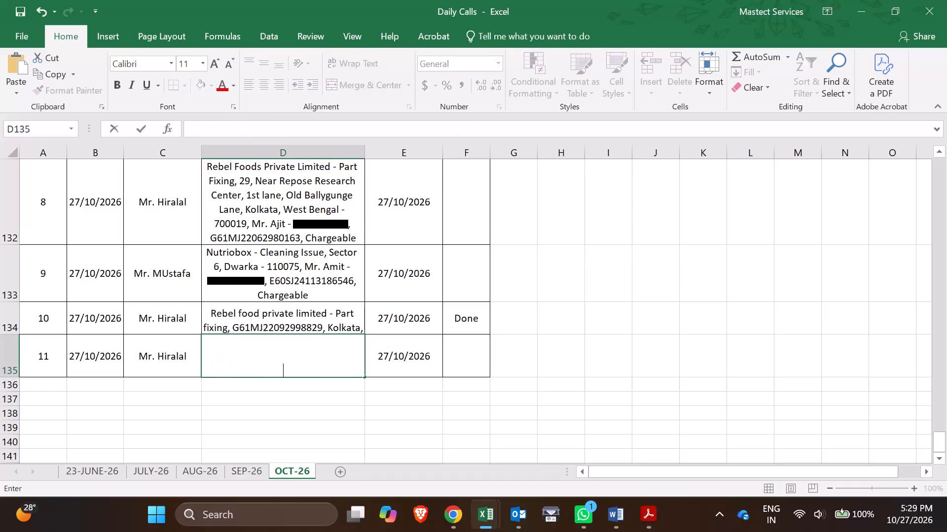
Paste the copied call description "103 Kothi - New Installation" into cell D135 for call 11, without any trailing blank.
key("ctrl+v")
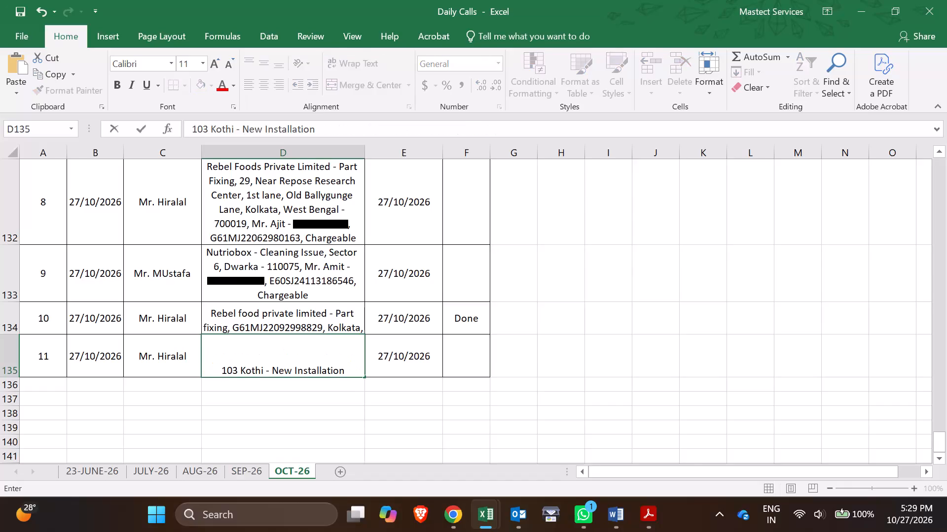
key("BackSpace")
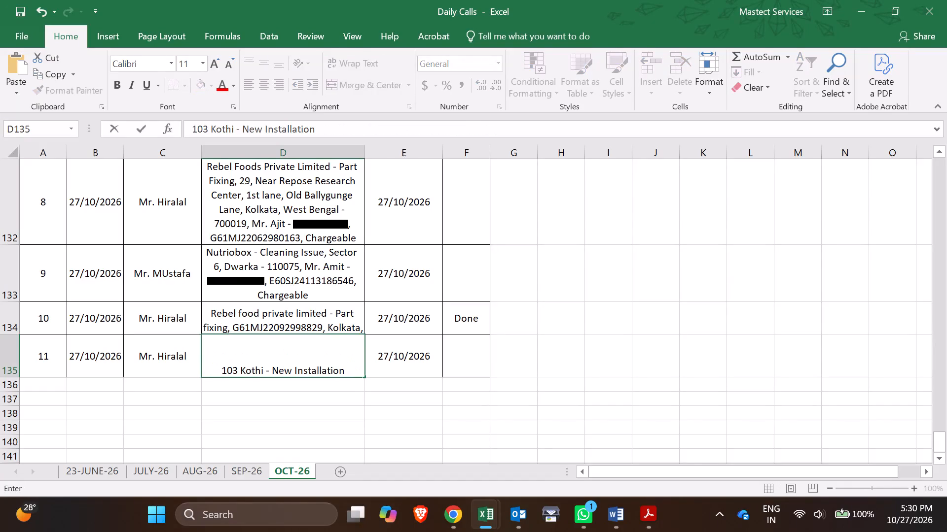
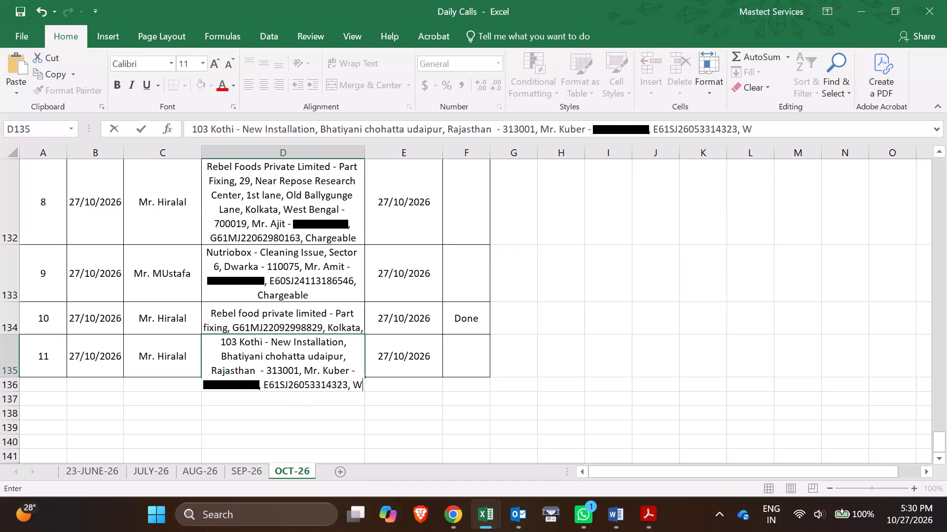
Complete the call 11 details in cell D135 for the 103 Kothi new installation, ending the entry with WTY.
key("Return")
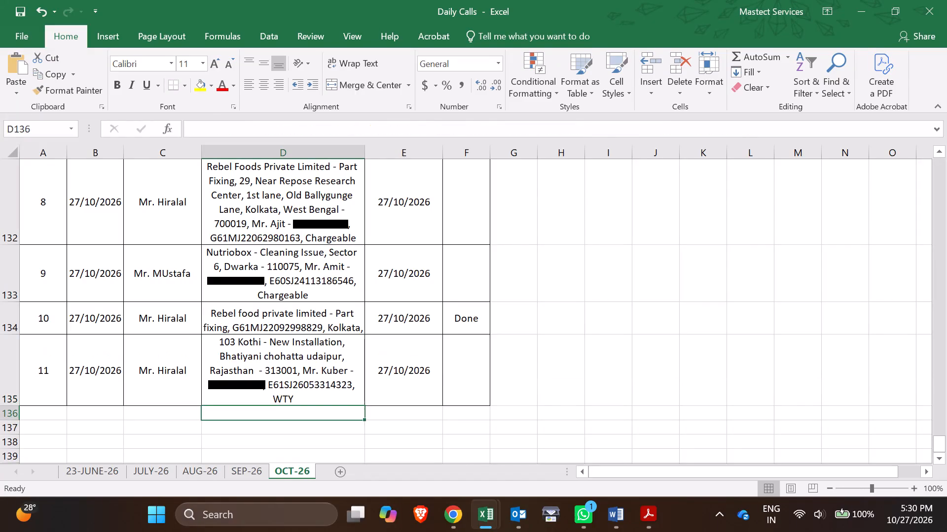
key("Up")
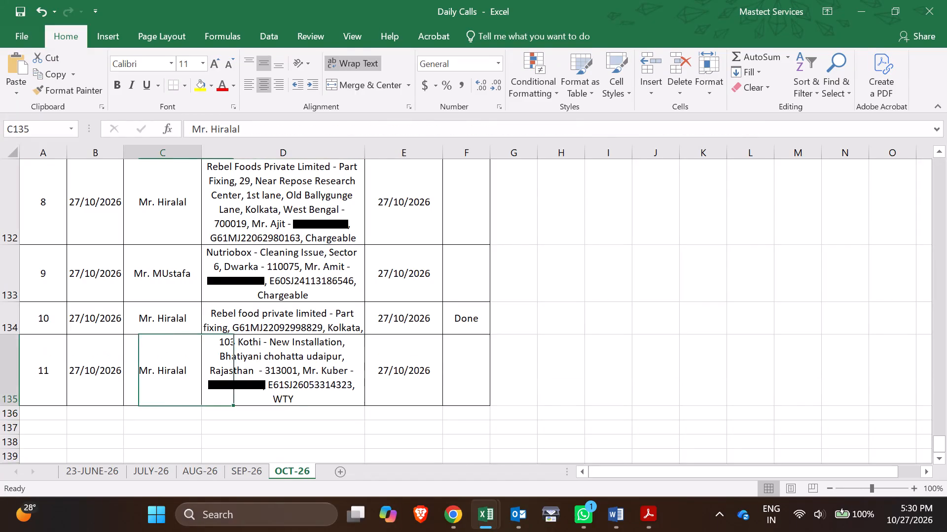
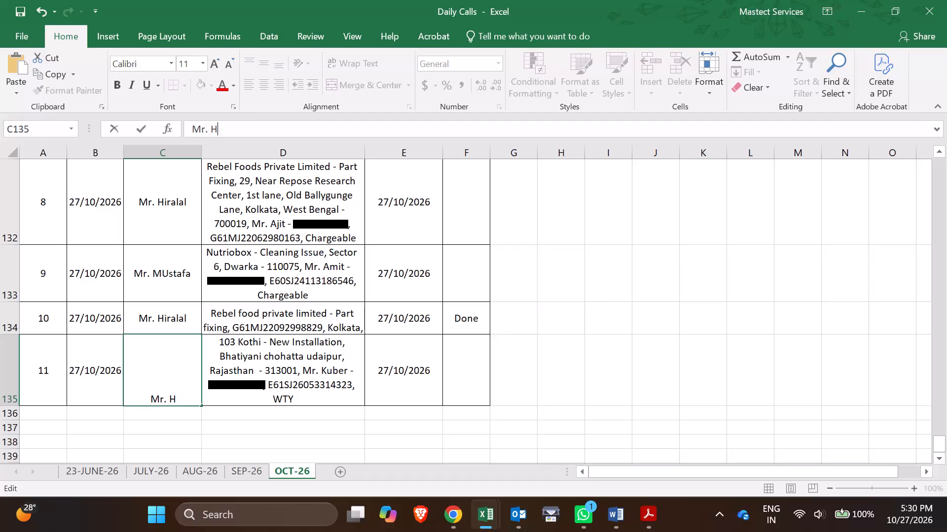
Enter Mr. Akash as the assigned person for call 11 in cell C135 and save the workbook.
key("BackSpace")
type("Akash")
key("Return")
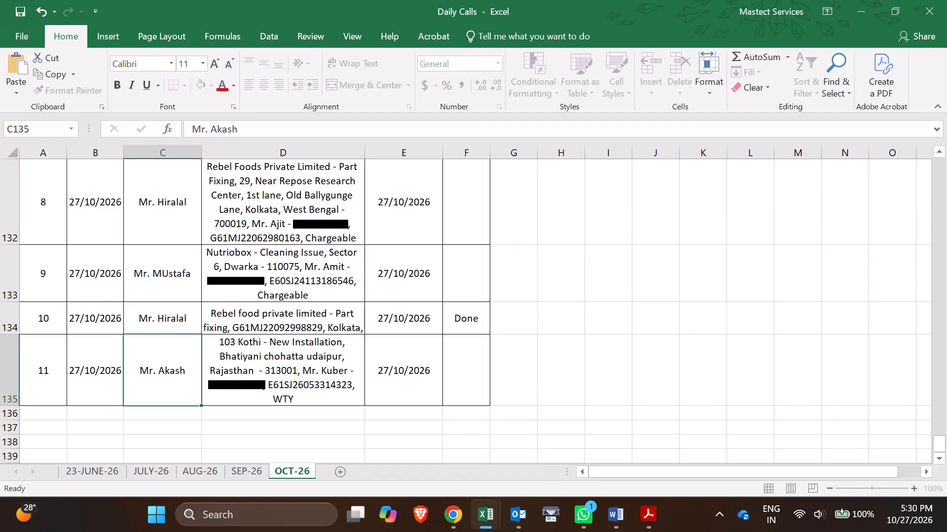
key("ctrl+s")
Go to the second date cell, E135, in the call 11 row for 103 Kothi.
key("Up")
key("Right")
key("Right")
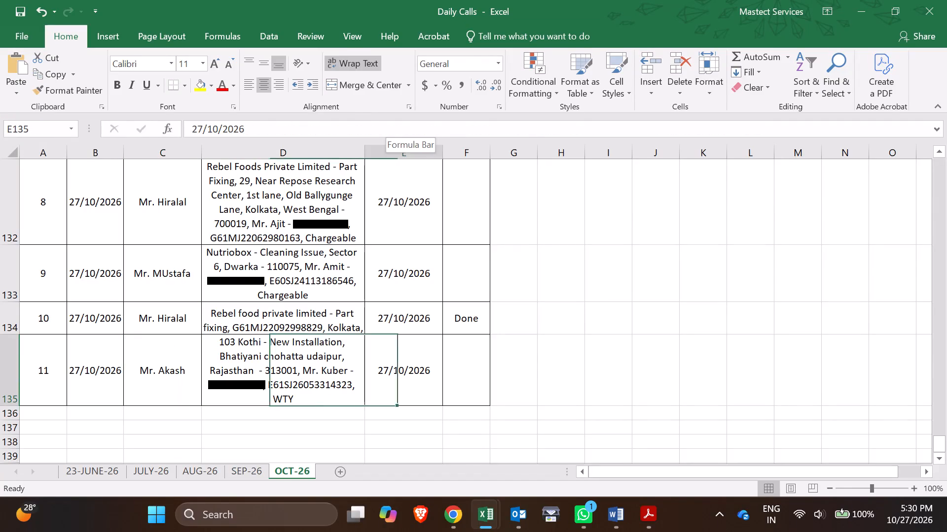
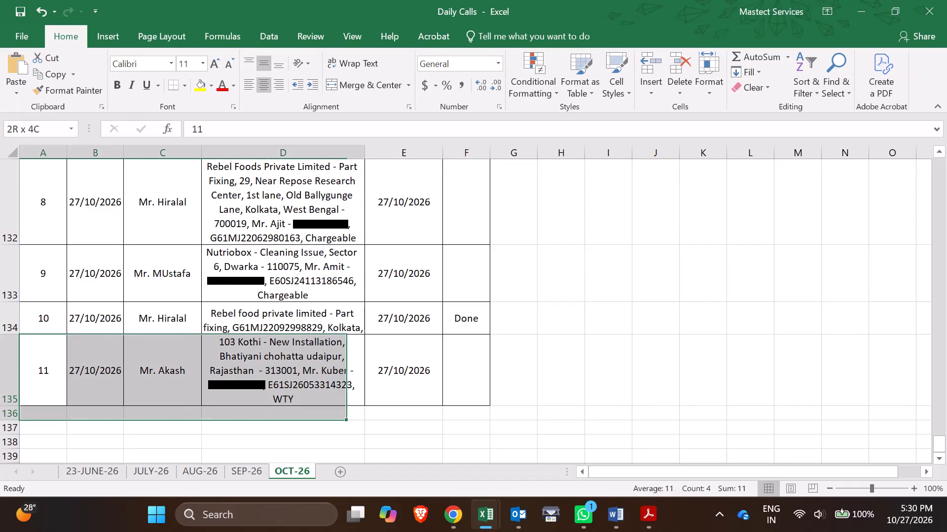
Fill the call 11 row down across columns A to F into row 136 and number the new entry 12.
key("shift+Right")
key("shift+Right")
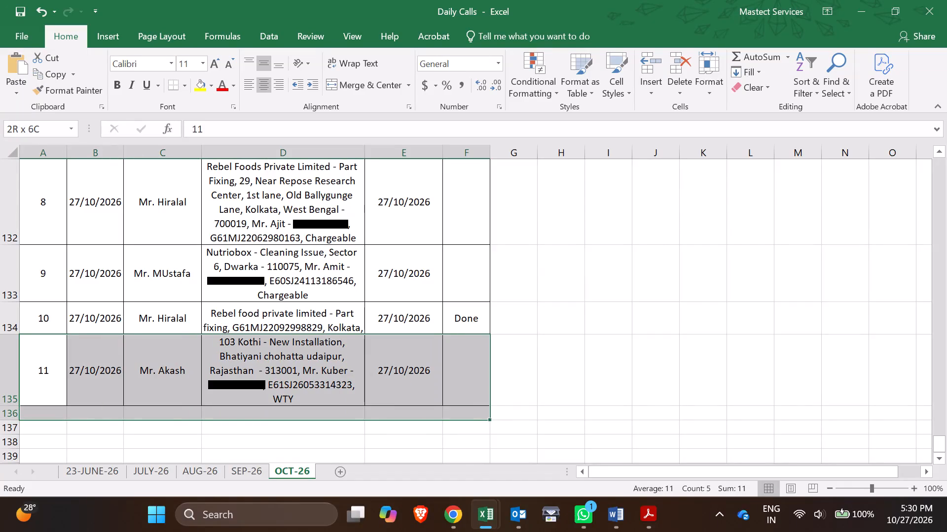
key("ctrl+d")
left_click(39, 444)
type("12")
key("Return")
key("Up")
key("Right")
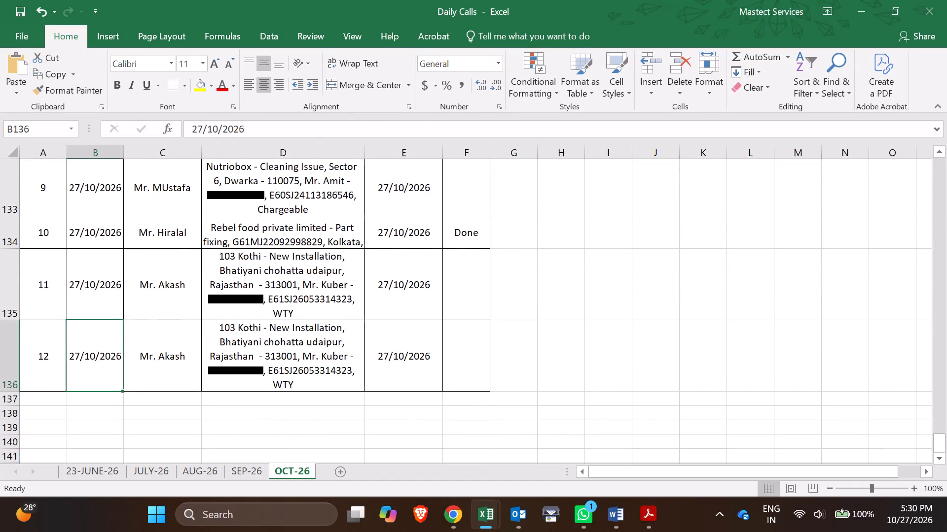
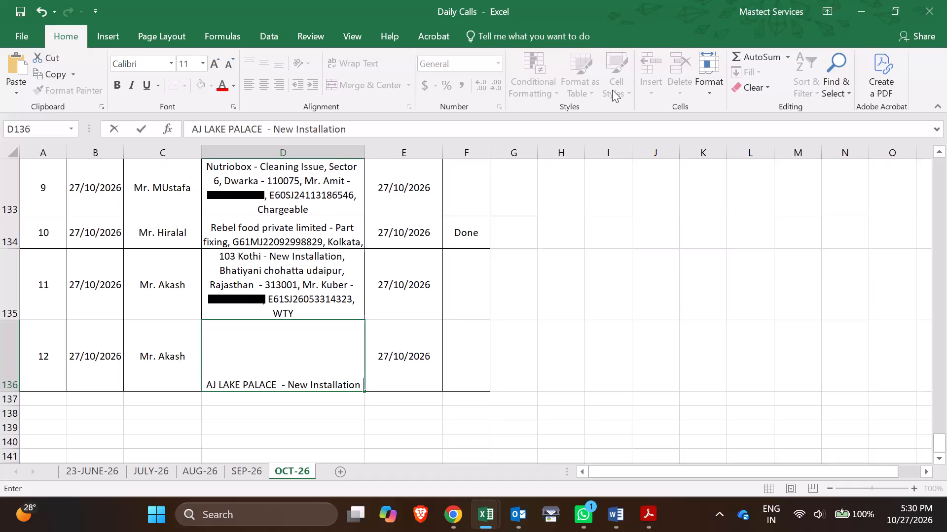
Correct the call 12 description in cell D136 to begin "TAJ LAKE PALACE - New Installation,", adding the missing T and a trailing comma.
key("BackSpace")
key("comma")
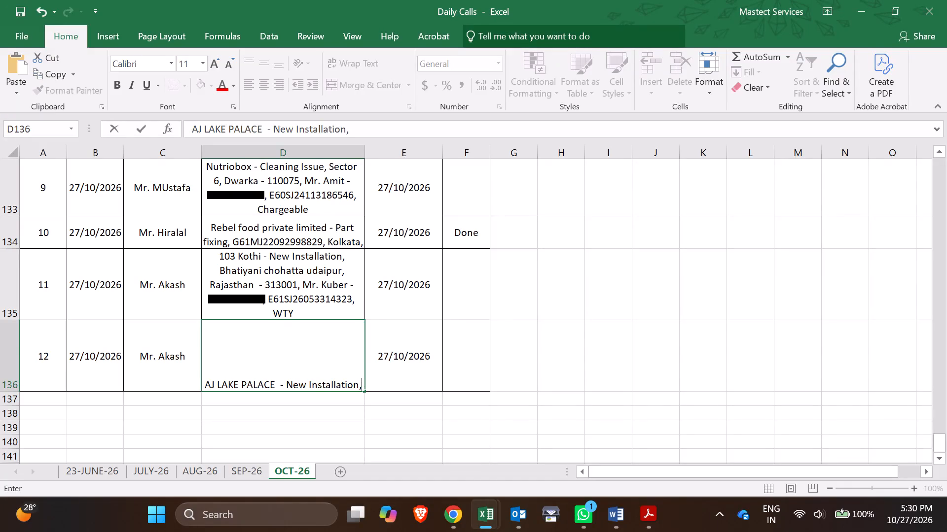
key("Left")
key("Left")
key("Left")
key("Left")
key("Left")
key("Left")
key("Right")
key("Right")
key("Right")
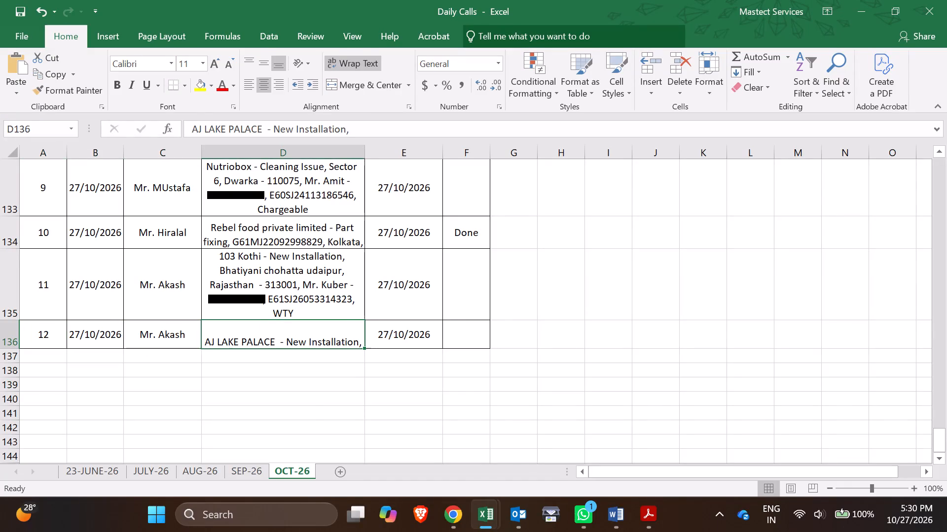
left_click(189, 130)
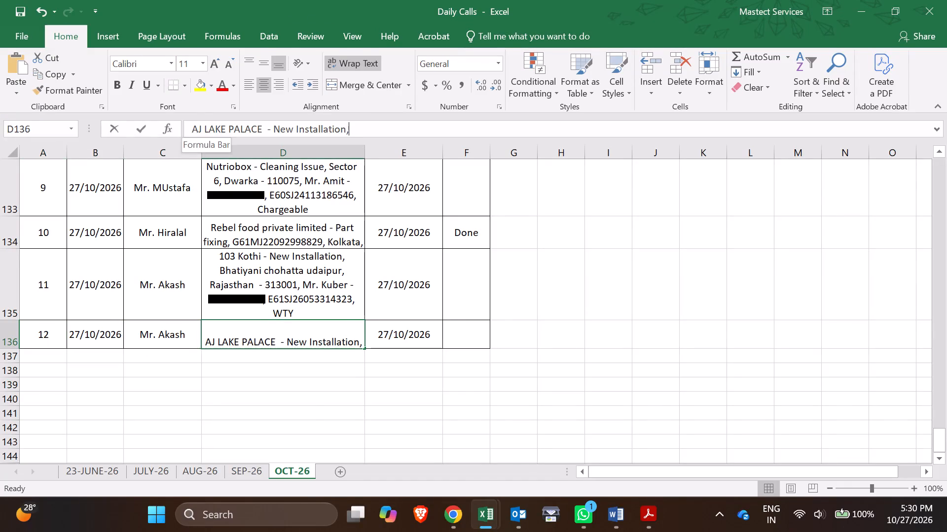
key("shift+t")
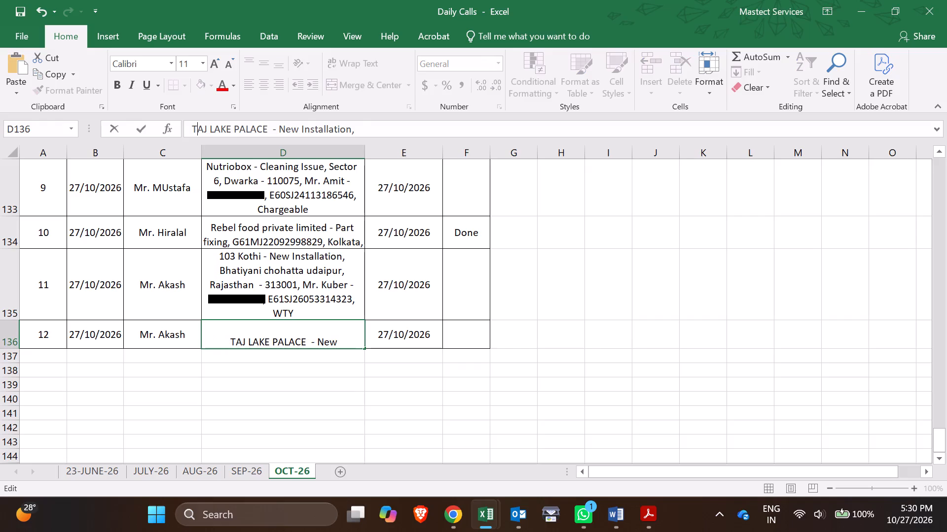
left_click(367, 126)
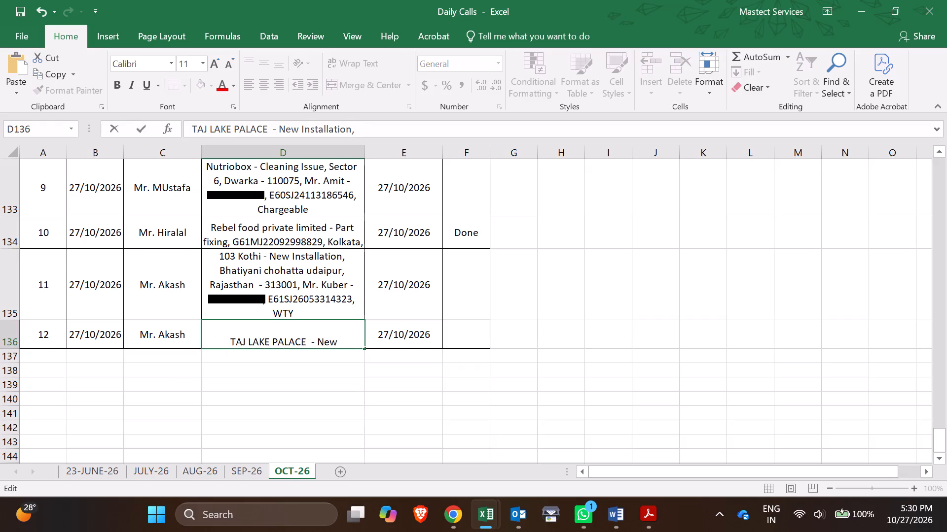
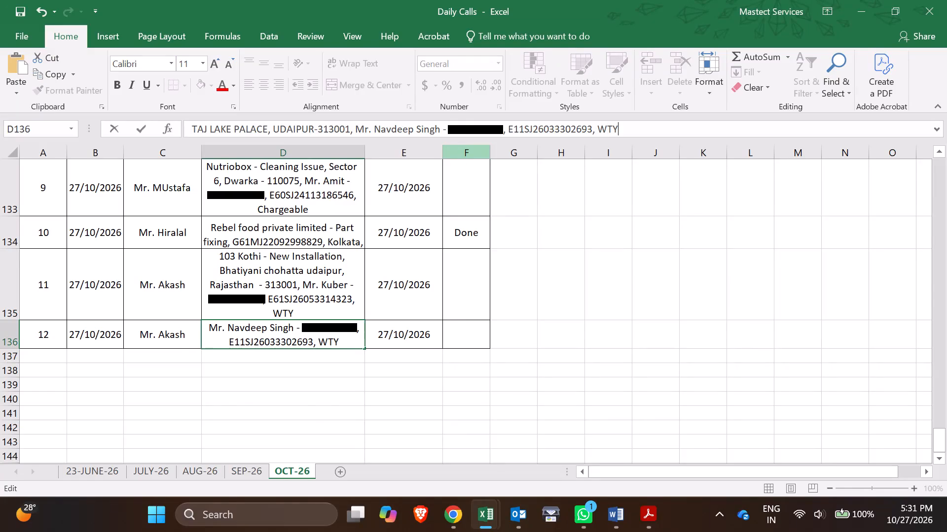
Commit the edited call 12 description in cell D136 and save the Daily Calls workbook.
key("Return")
key("ctrl+s")
key("Up")
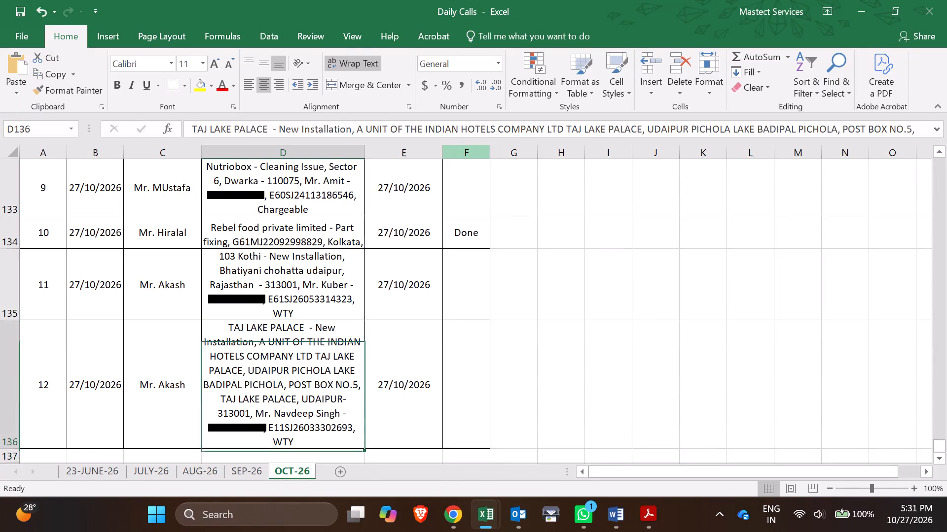
key("ctrl+s")
key("Left")
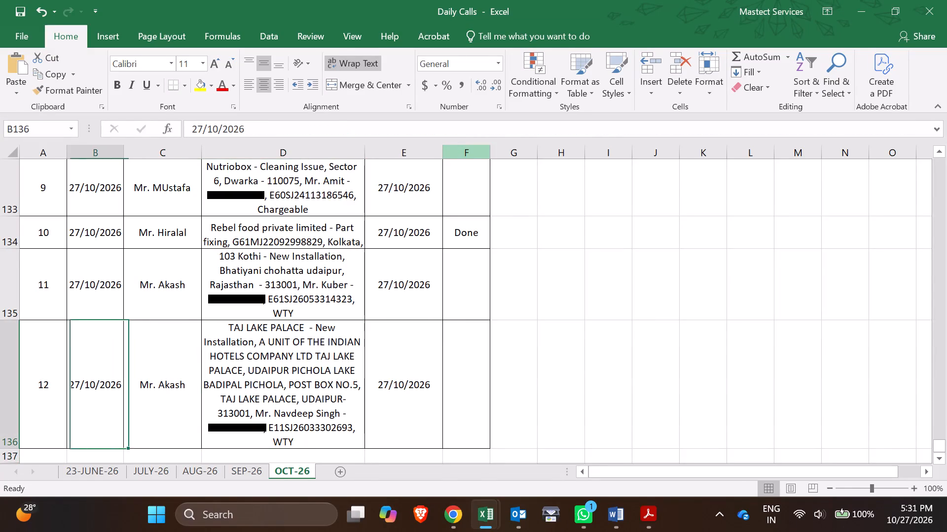
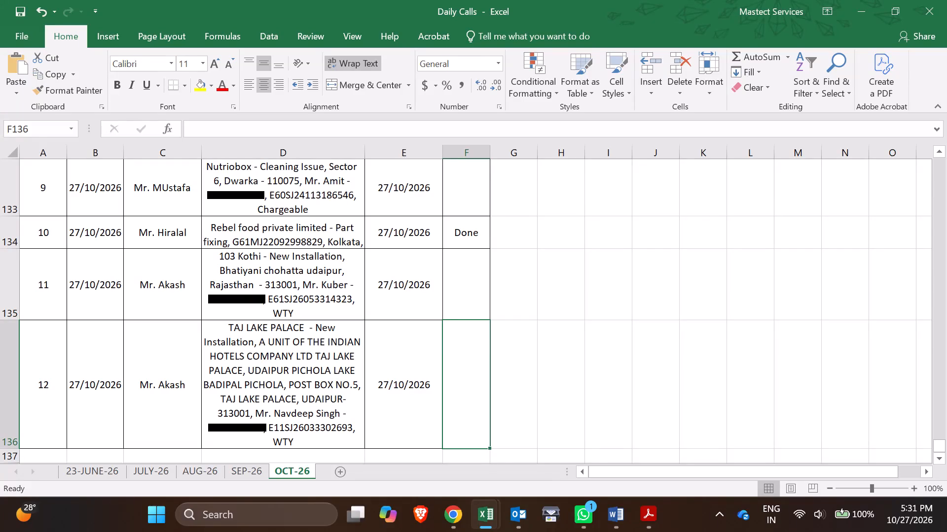
Widen description column D to slightly more than 31 so the call descriptions wrap onto fewer lines.
left_click_drag(363, 154, 371, 153)
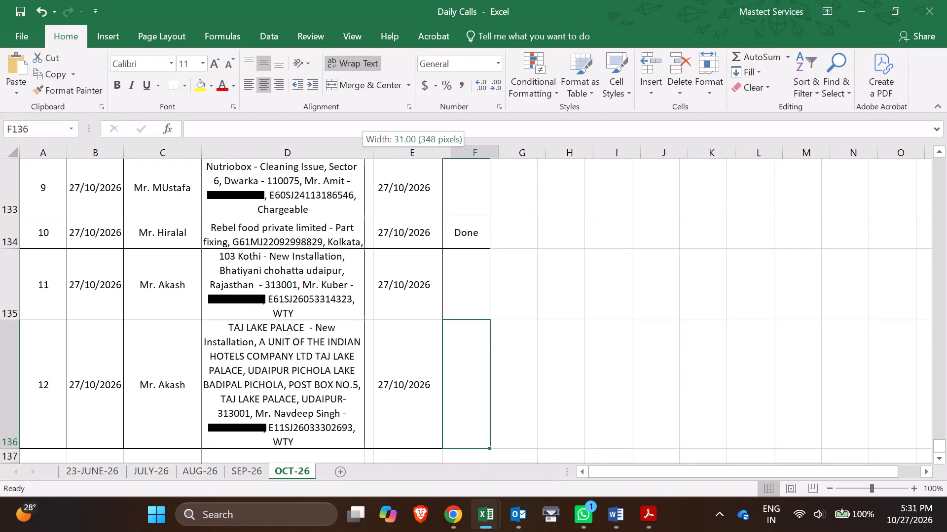
left_click_drag(371, 153, 375, 153)
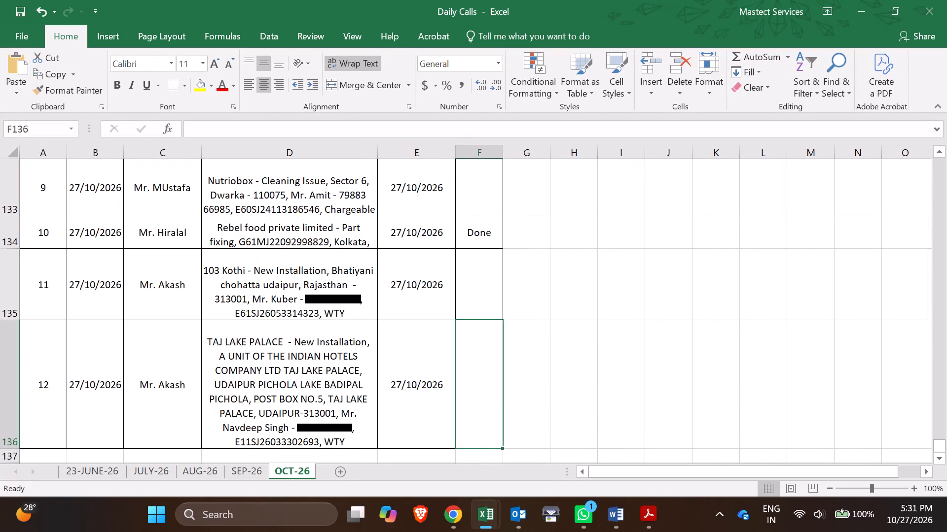
Reduce the height of row 136 to just under 118 to fit the call 12 description, and save the workbook.
left_click_drag(17, 448, 20, 435)
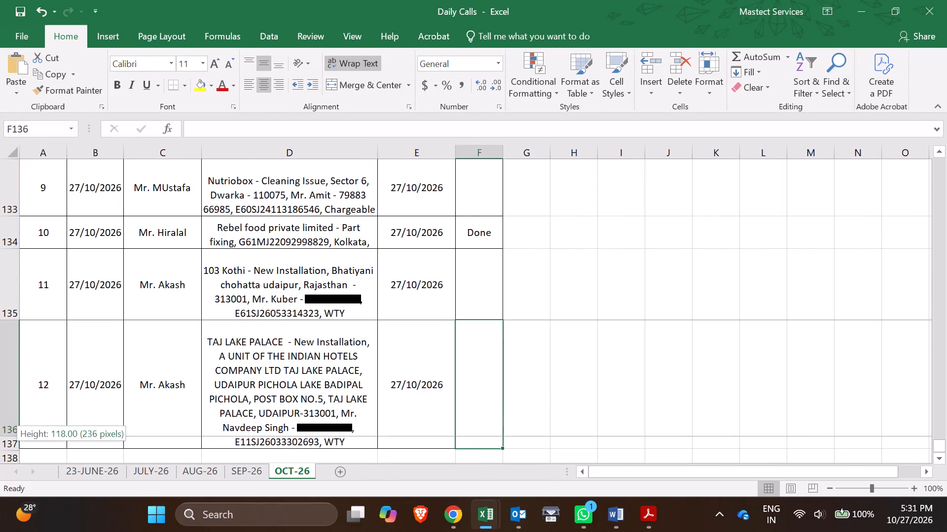
left_click_drag(20, 435, 21, 433)
left_click(117, 418)
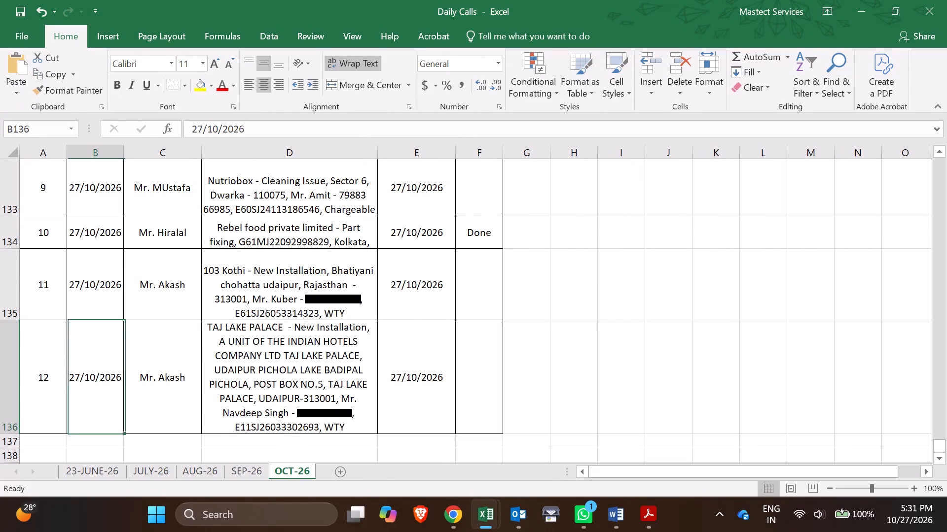
key("ctrl+s")
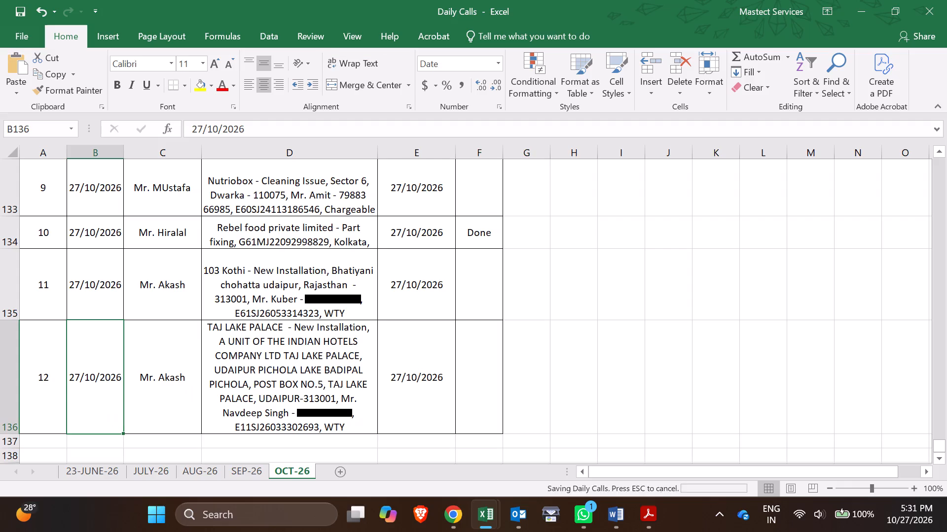
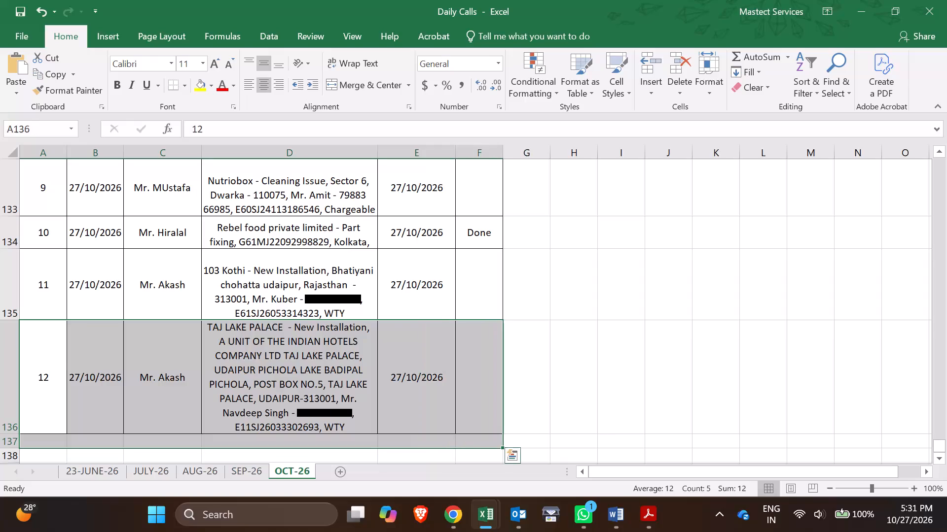
Duplicate the call 12 row into row 137, number the new entry 13, and save the workbook.
key("ctrl+d")
left_click(40, 443)
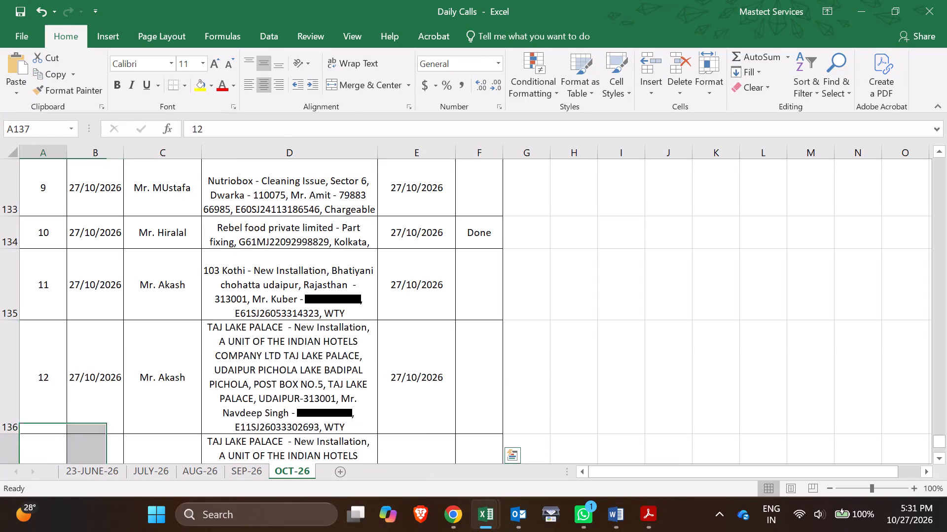
type("13")
key("Return")
key("ctrl+s")
Select the technician name cell in the new call 13 row.
key("Up")
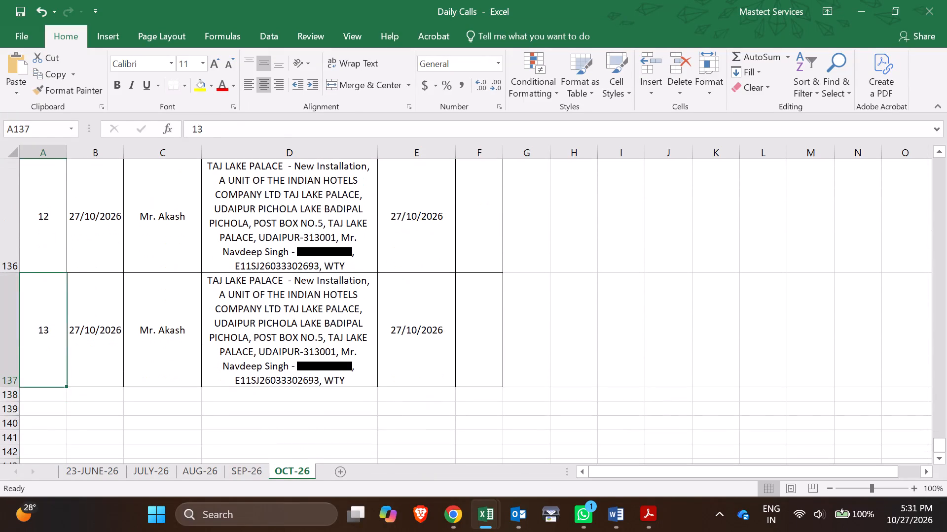
key("Right")
key("Right")
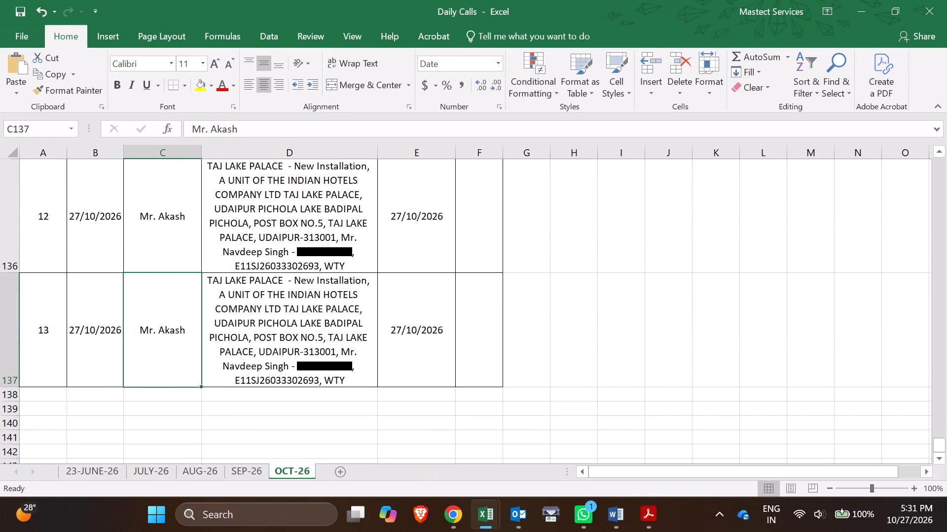
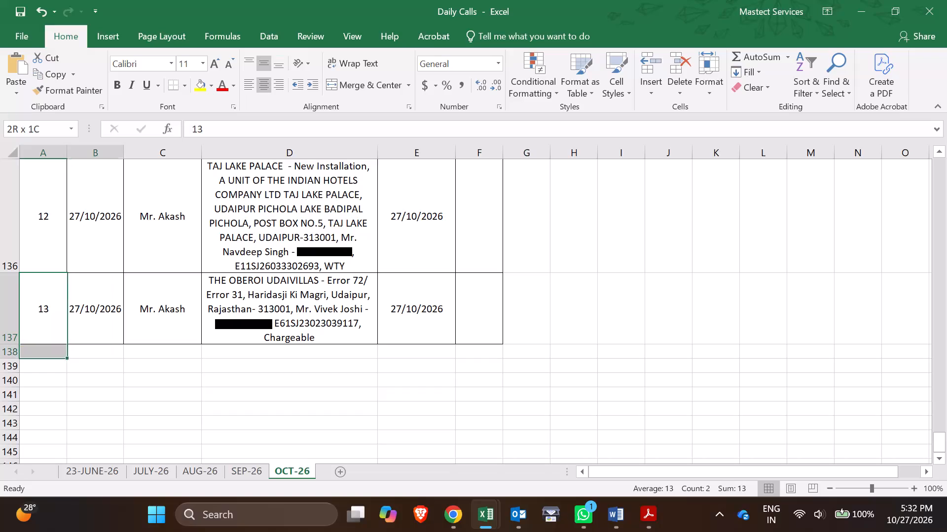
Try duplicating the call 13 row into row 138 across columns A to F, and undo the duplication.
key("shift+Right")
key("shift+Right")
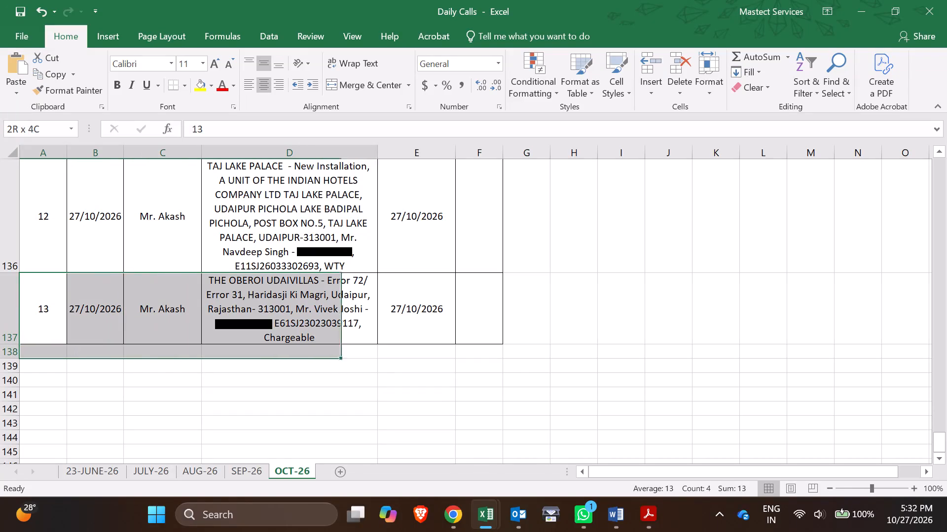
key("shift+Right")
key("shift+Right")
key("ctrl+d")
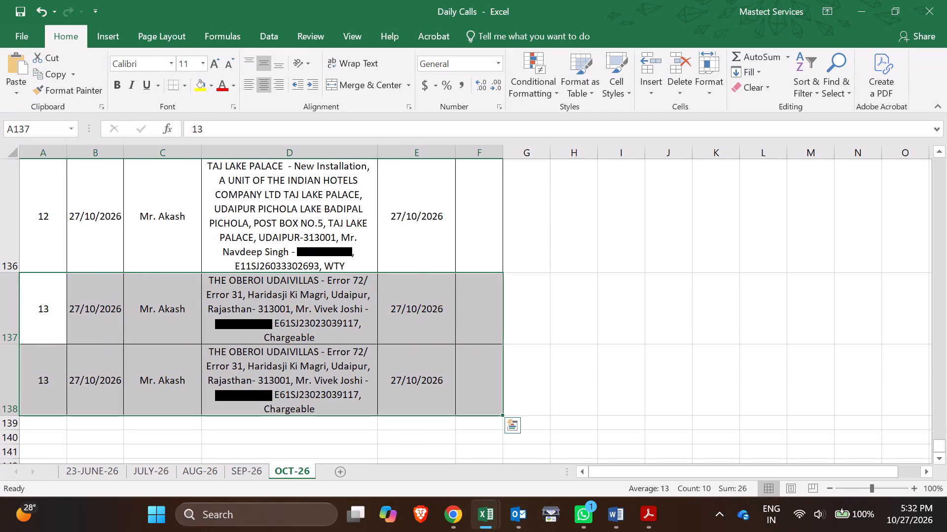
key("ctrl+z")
Select the date cell in the call 13 row and save the workbook.
left_click(68, 310)
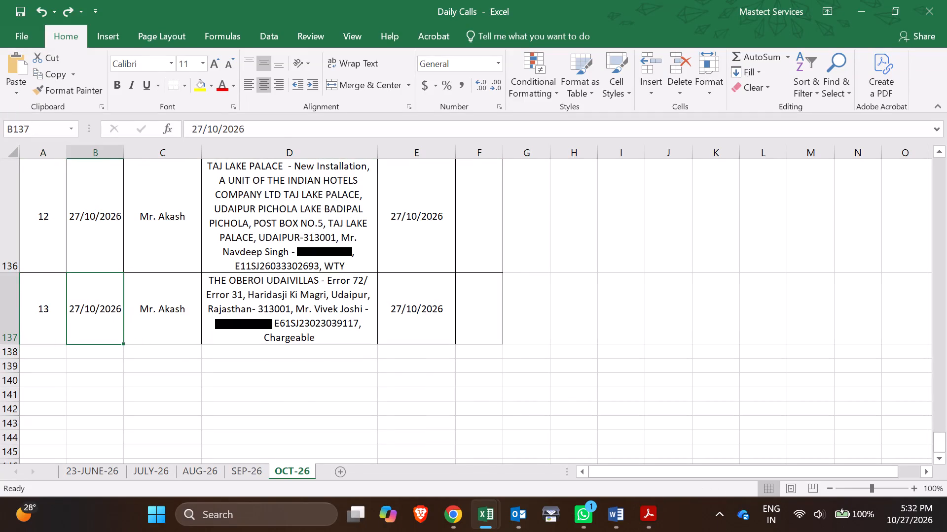
key("ctrl+s")
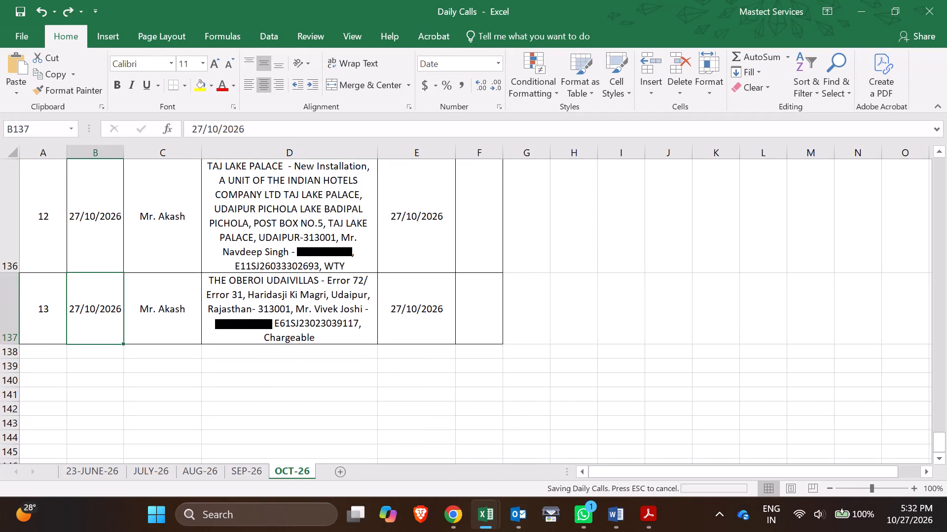
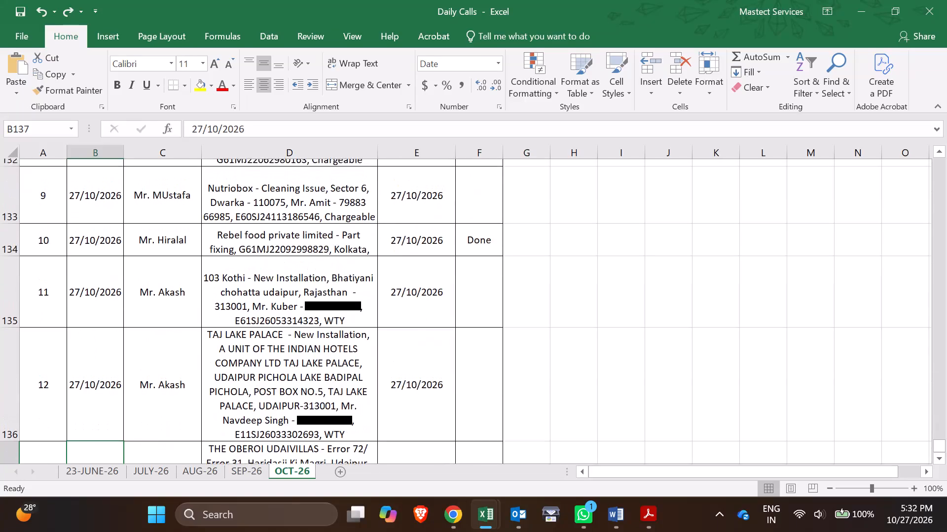
Enter the status Done for call 3, FARMLAND PREMIUM FOODS LLP, in cell F127.
scroll(389, 236, "up", 4)
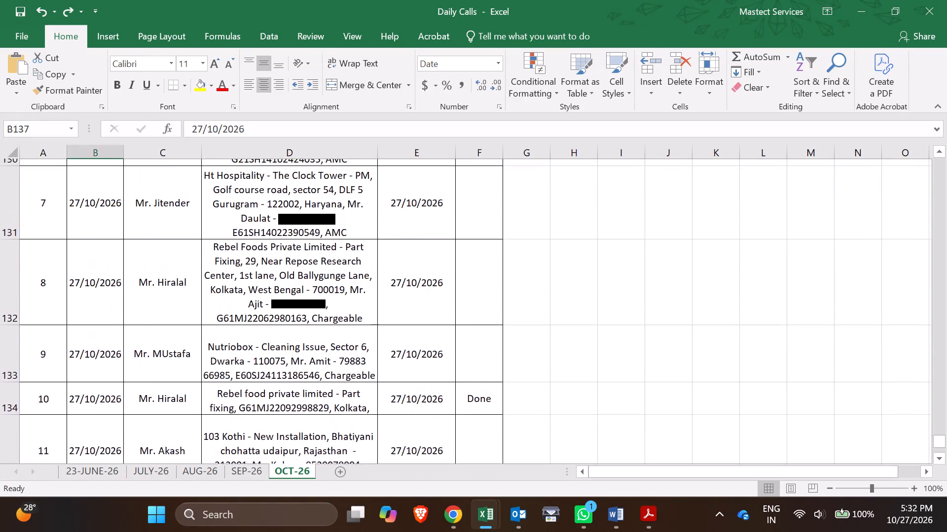
scroll(389, 236, "up", 1)
scroll(329, 299, "up", 1)
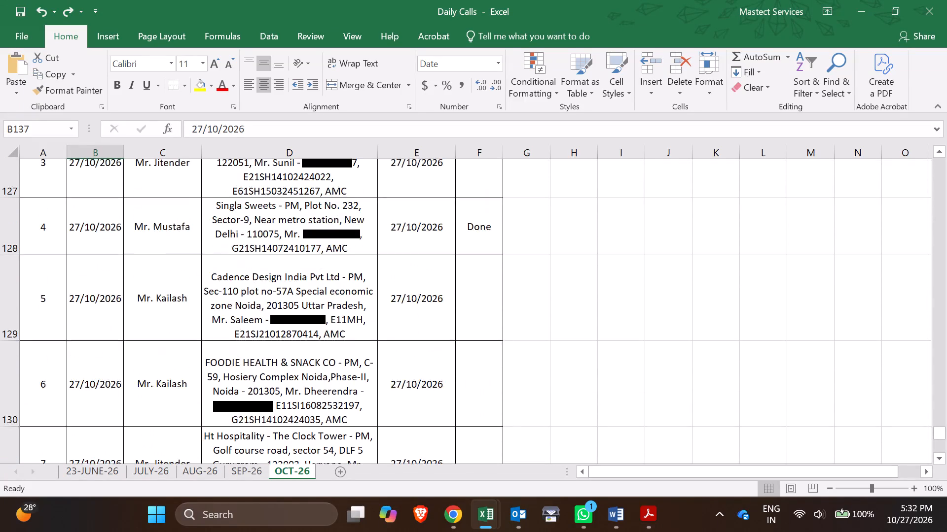
scroll(329, 299, "up", 2)
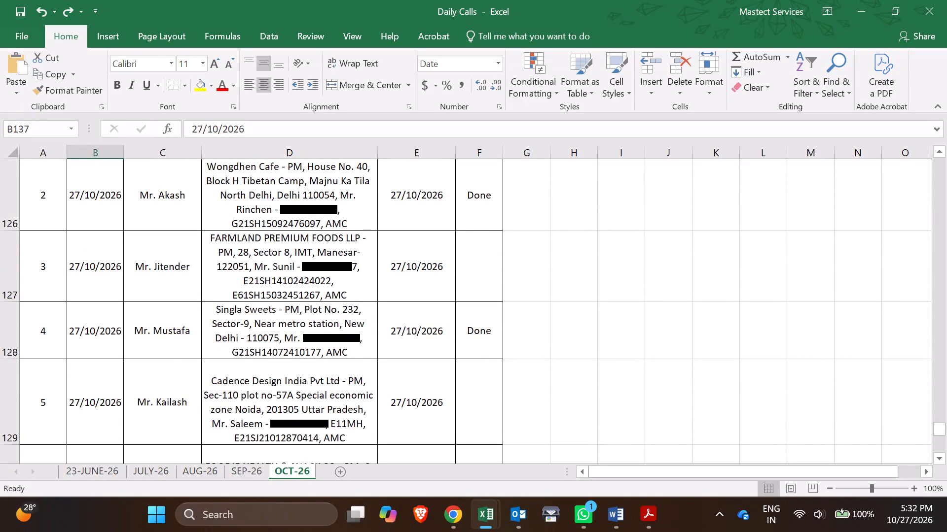
left_click(481, 263)
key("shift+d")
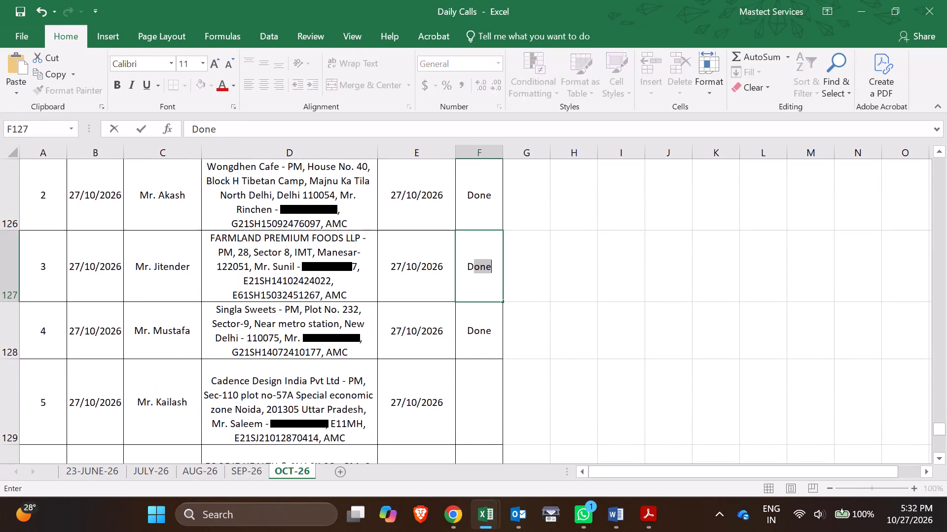
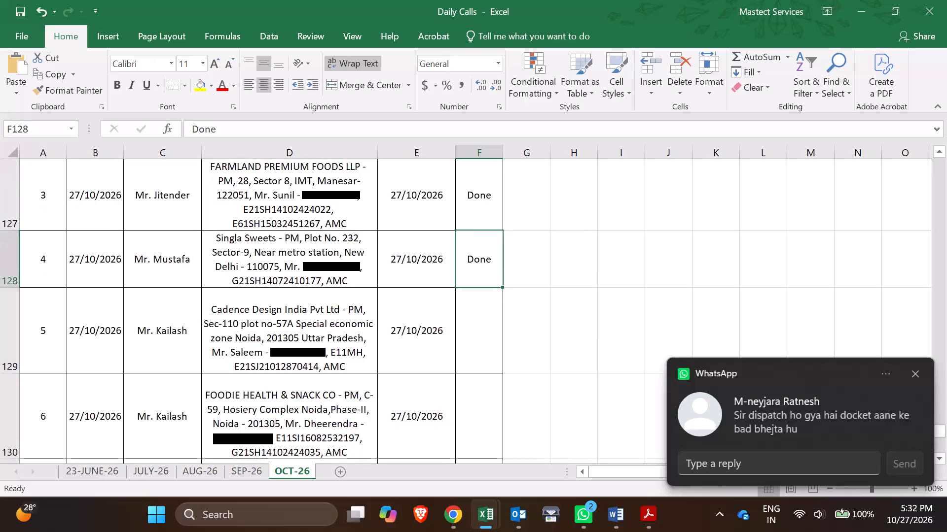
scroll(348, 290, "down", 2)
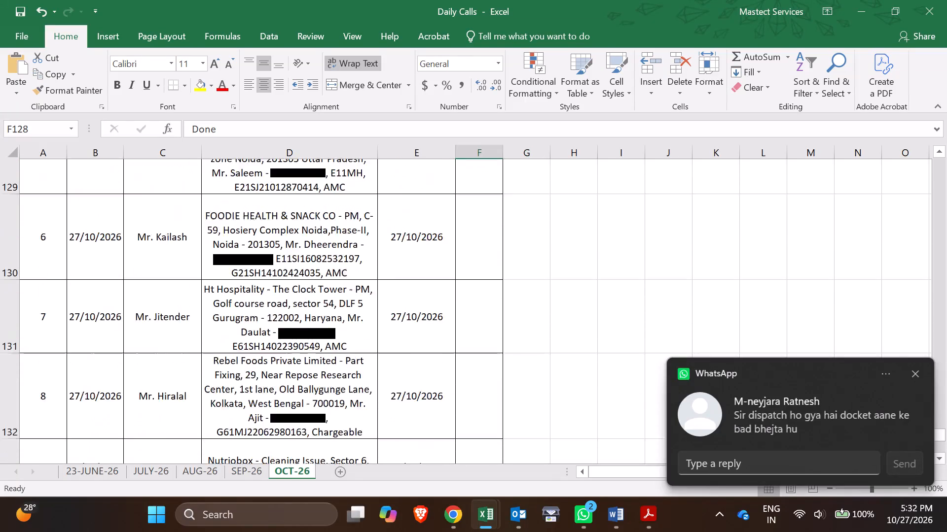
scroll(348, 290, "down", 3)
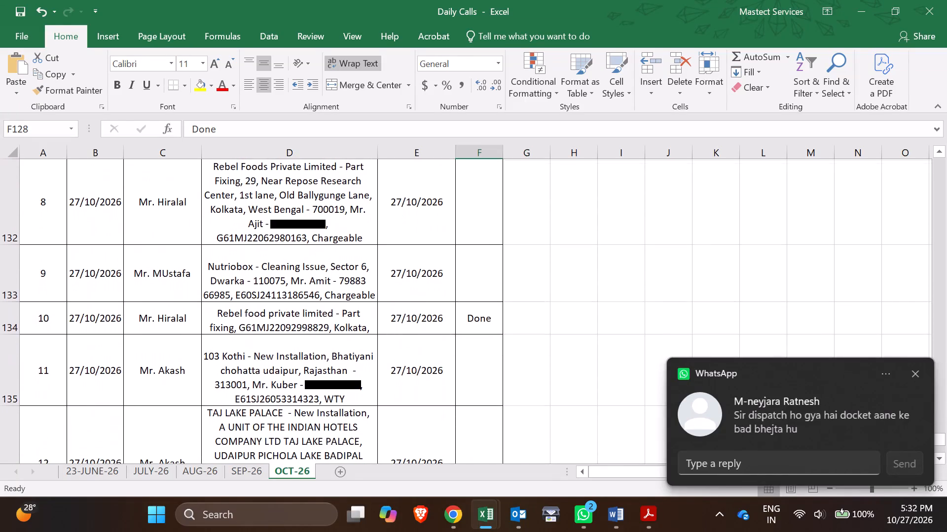
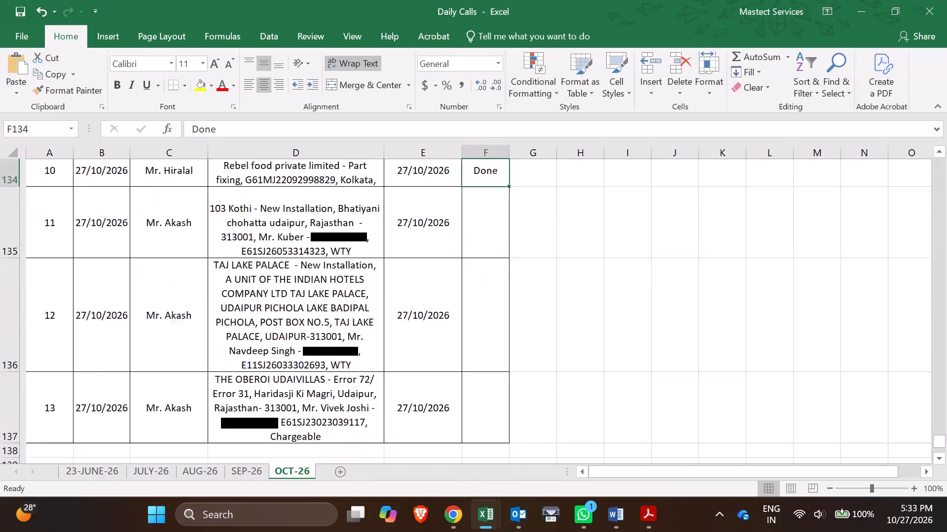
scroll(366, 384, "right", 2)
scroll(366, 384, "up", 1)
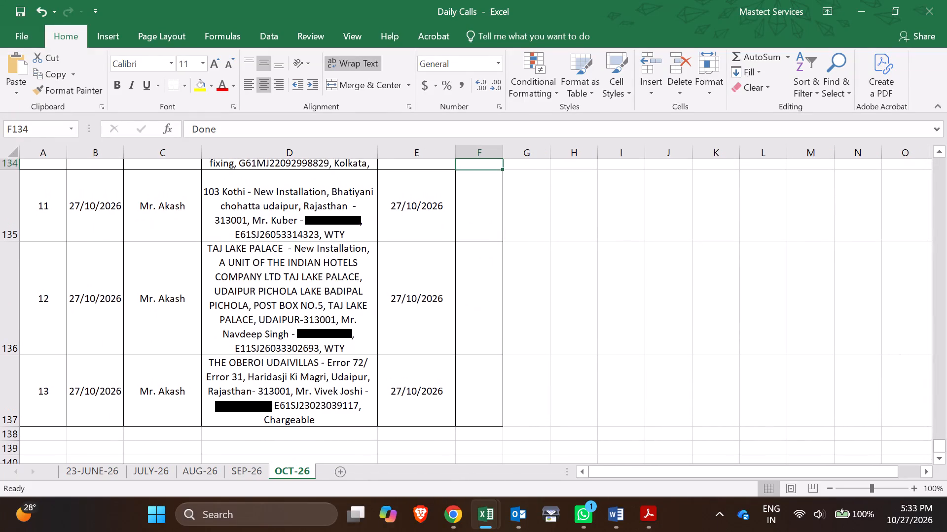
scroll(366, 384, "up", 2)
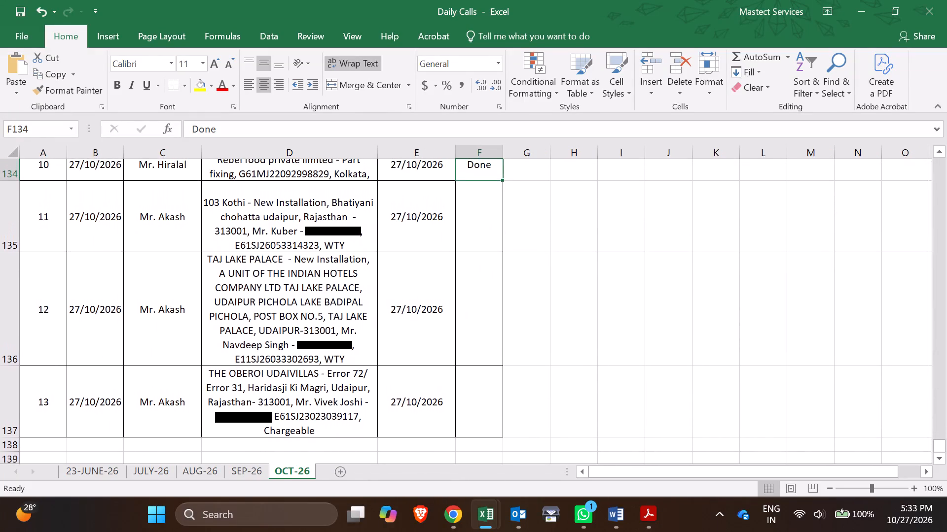
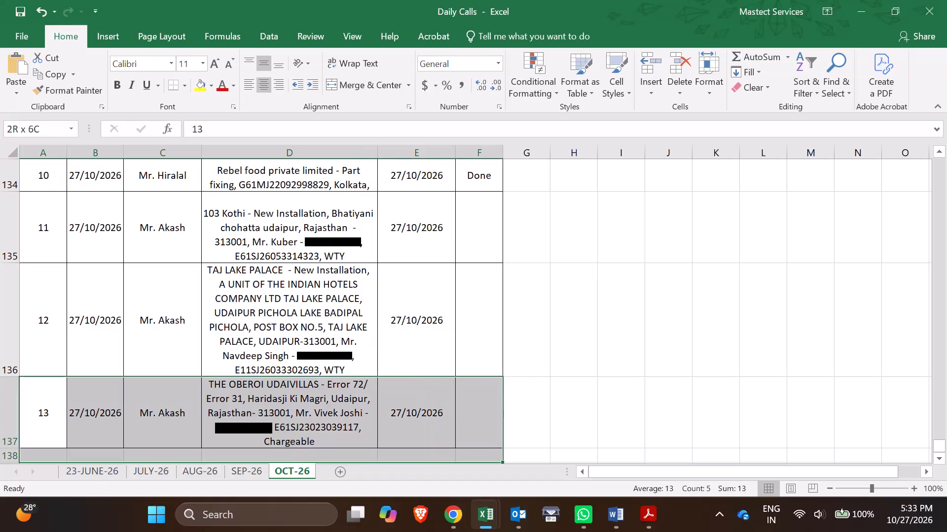
Duplicate the call 13 row into row 138 across columns A to F and number the new entry 14.
key("ctrl+d")
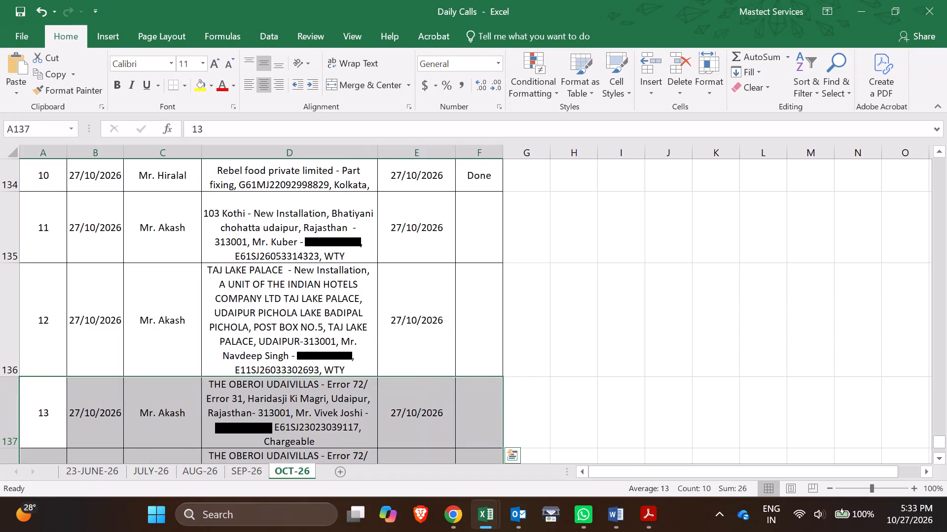
scroll(34, 410, "down", 3)
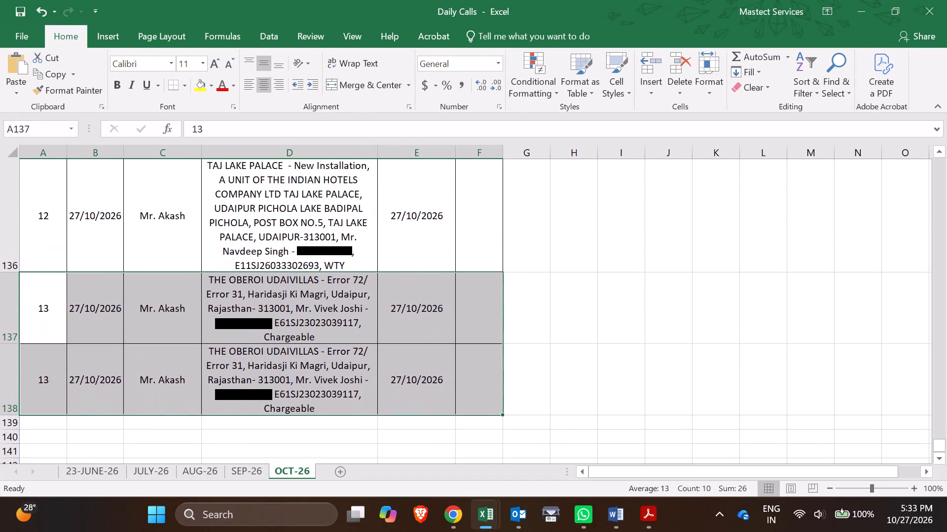
left_click(37, 370)
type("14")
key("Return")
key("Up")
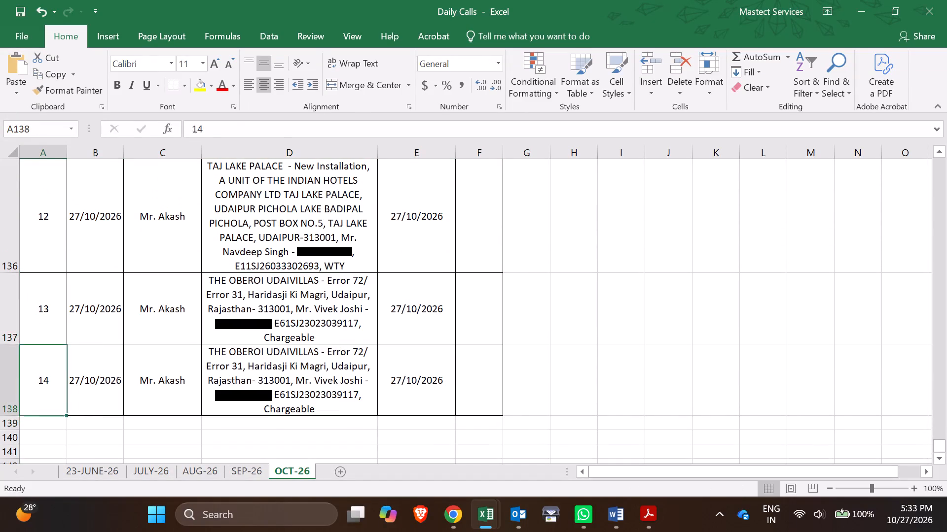
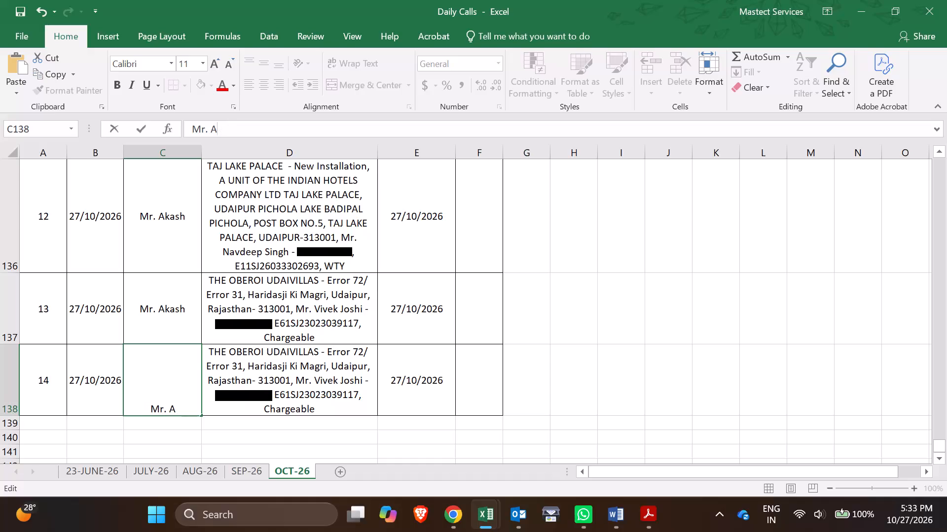
Complete the technician name in the call 14 row as Mr. Amit and select that row's call details cell.
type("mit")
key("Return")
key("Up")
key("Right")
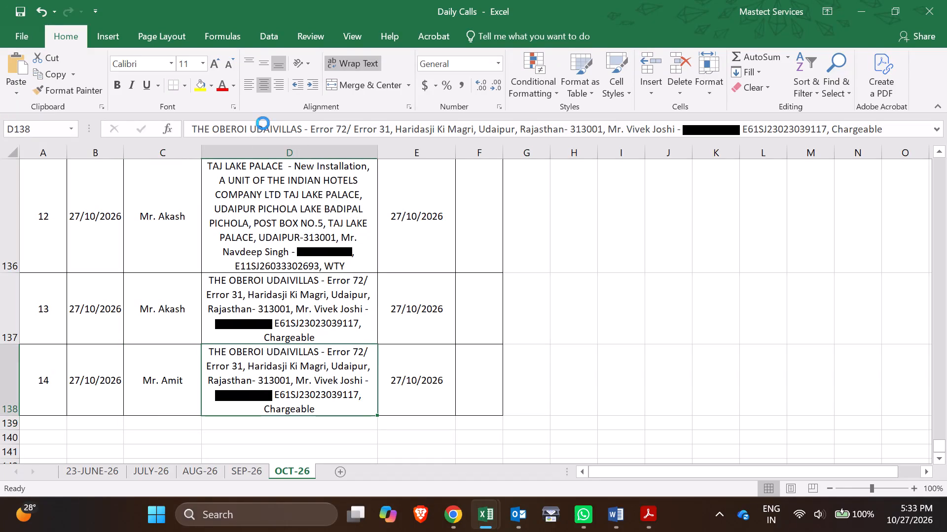